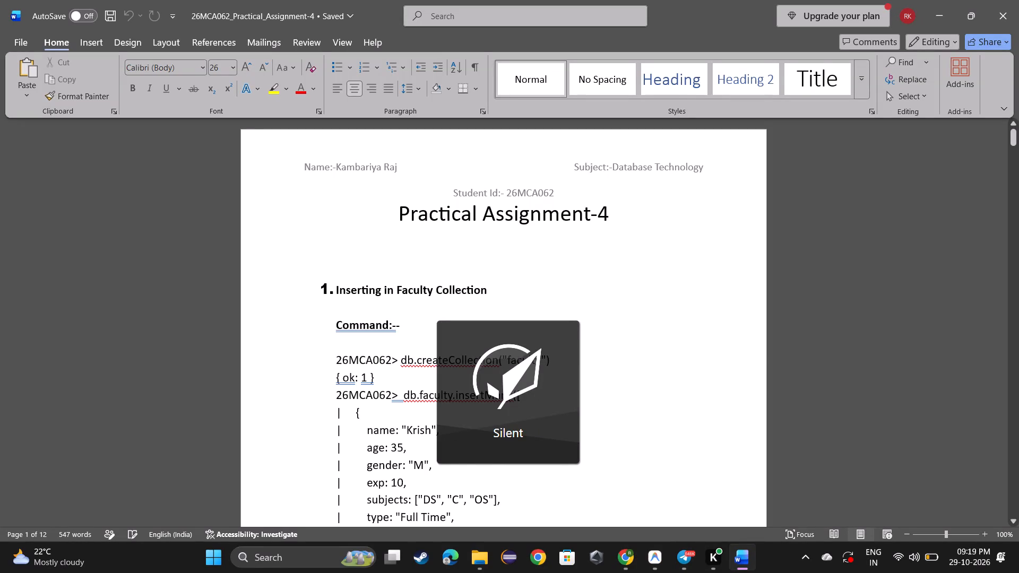
Stretch the output picture for question 2, the Ph.D qualification query, horizontally so it is wider at the same height.
{"action": "scroll", "coordinate": [559, 427], "scroll_direction": "up", "scroll_amount": 1}
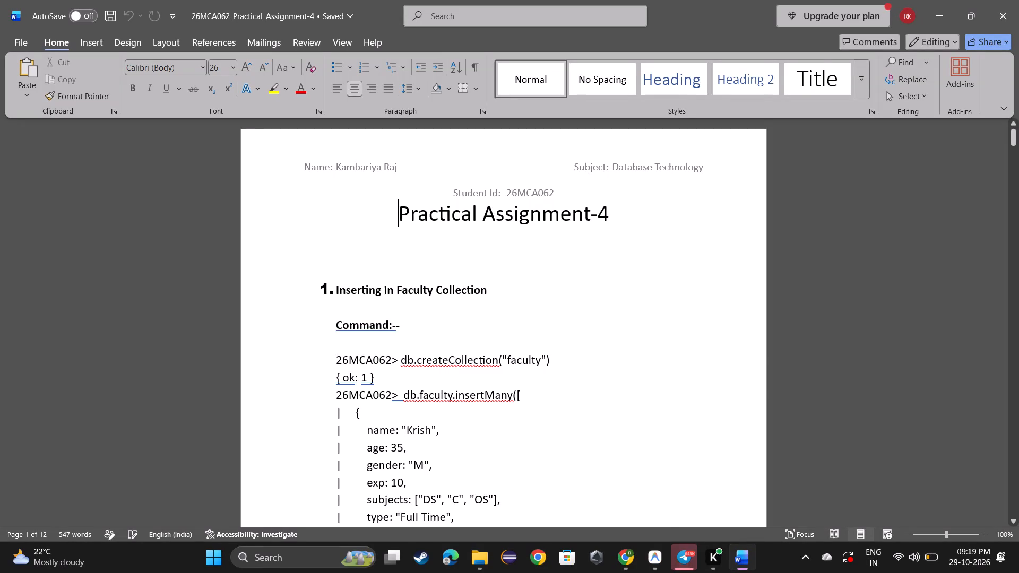
{"action": "scroll", "coordinate": [559, 427], "scroll_direction": "up", "scroll_amount": 2}
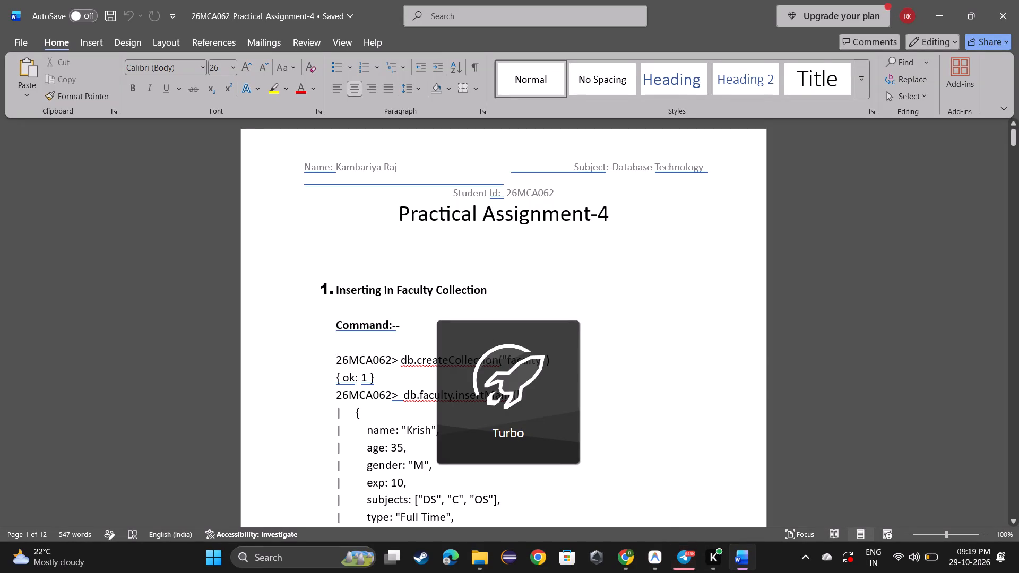
{"action": "scroll", "coordinate": [546, 384], "scroll_direction": "down", "scroll_amount": 18}
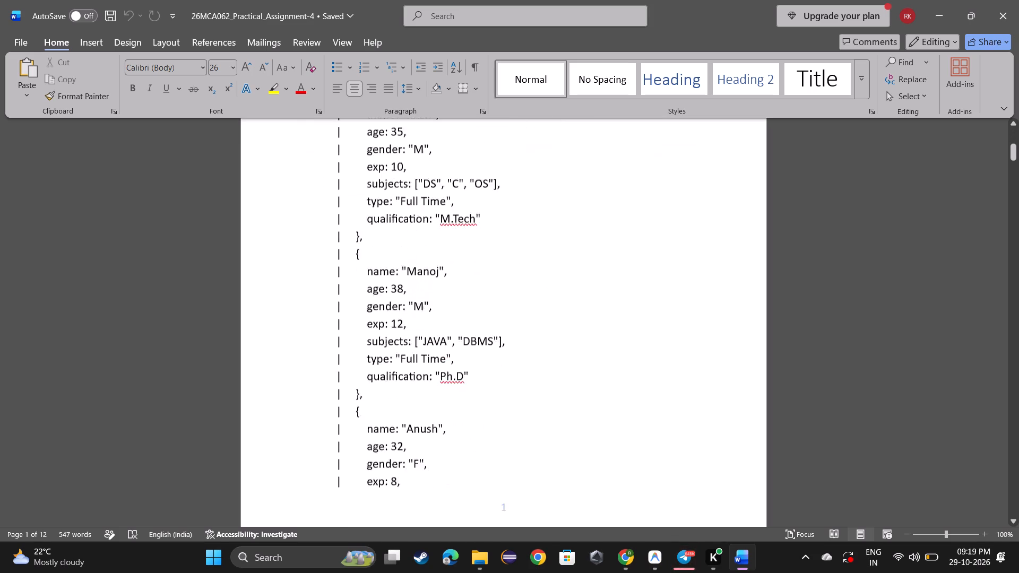
{"action": "scroll", "coordinate": [546, 385], "scroll_direction": "down", "scroll_amount": 20}
{"action": "scroll", "coordinate": [546, 385], "scroll_direction": "down", "scroll_amount": 14}
{"action": "scroll", "coordinate": [552, 382], "scroll_direction": "down", "scroll_amount": 17}
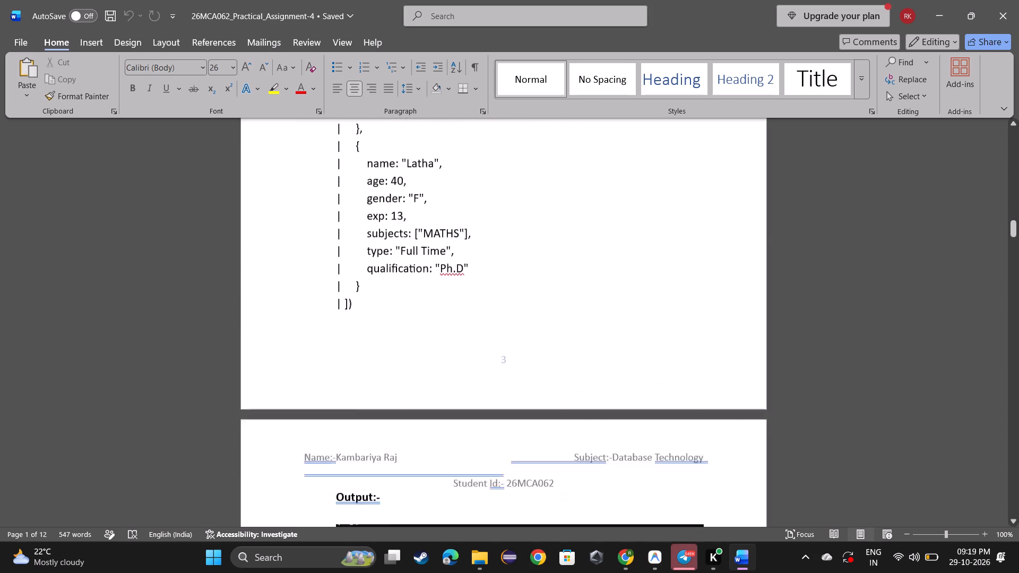
{"action": "scroll", "coordinate": [552, 381], "scroll_direction": "down", "scroll_amount": 7}
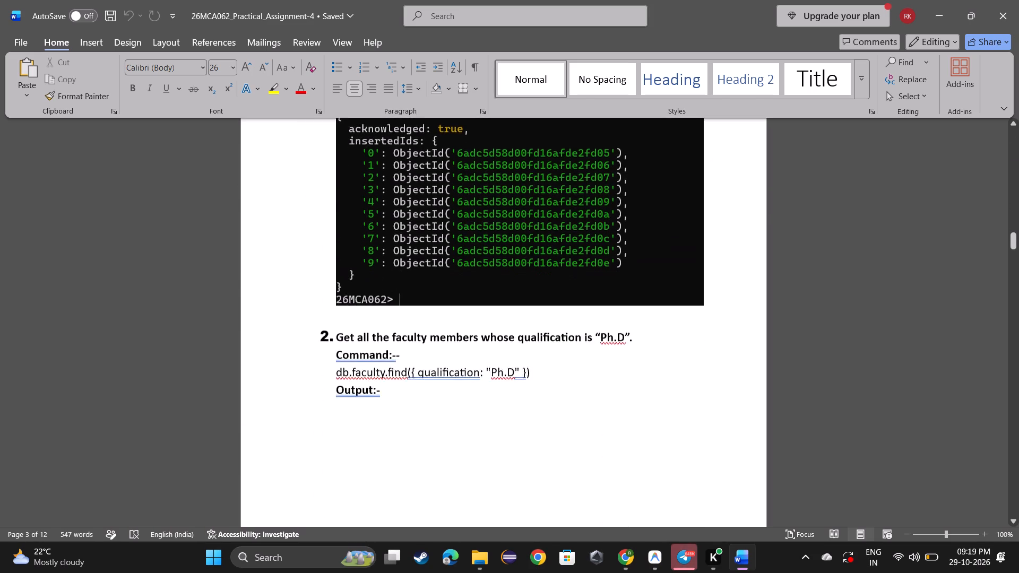
{"action": "scroll", "coordinate": [552, 381], "scroll_direction": "down", "scroll_amount": 20}
{"action": "left_click", "coordinate": [487, 348]}
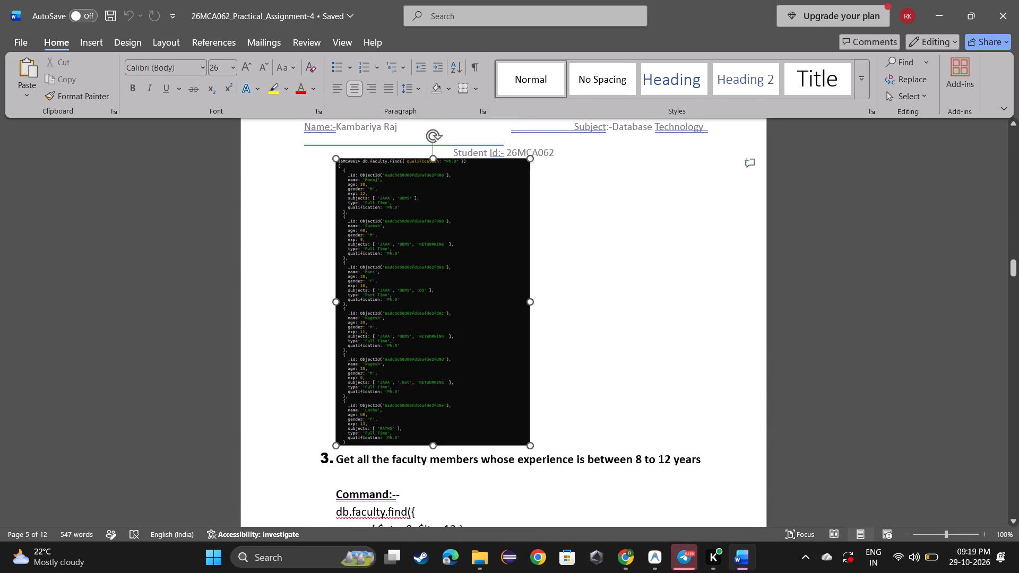
{"action": "left_click_drag", "start_coordinate": [532, 301], "coordinate": [559, 301]}
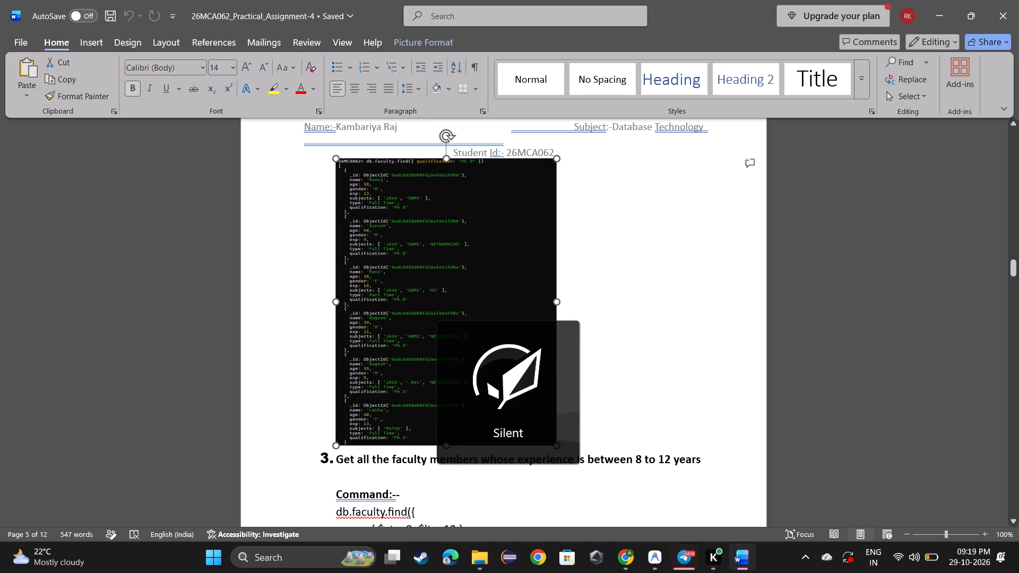
{"action": "left_click_drag", "start_coordinate": [559, 301], "coordinate": [580, 300]}
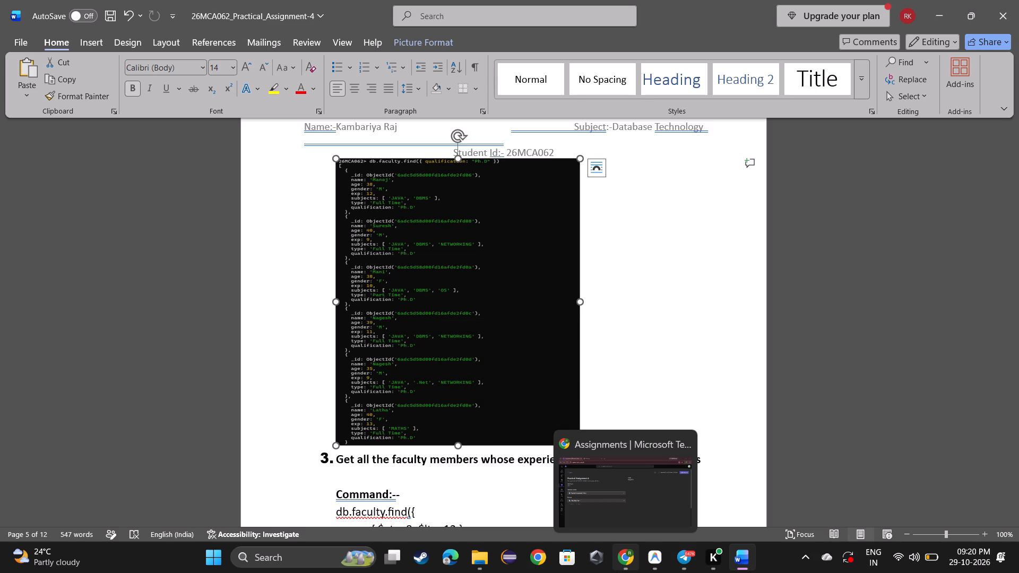
Review the assignment's remaining questions, commands and output pictures through to the last page.
{"action": "scroll", "coordinate": [597, 564], "scroll_direction": "down", "scroll_amount": 5}
{"action": "scroll", "coordinate": [585, 419], "scroll_direction": "down", "scroll_amount": 20}
{"action": "scroll", "coordinate": [585, 419], "scroll_direction": "down", "scroll_amount": 3}
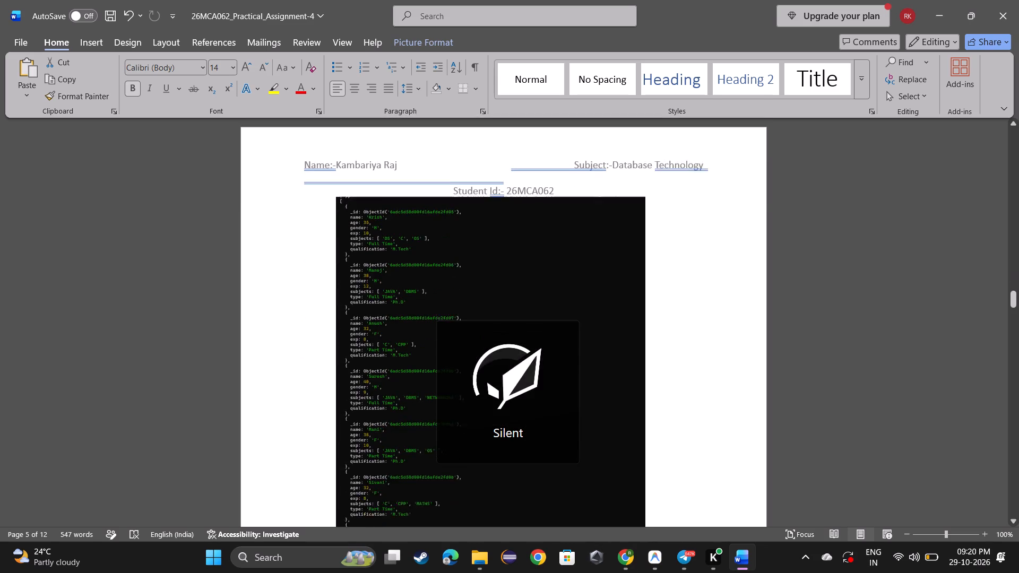
{"action": "scroll", "coordinate": [601, 293], "scroll_direction": "down", "scroll_amount": 17}
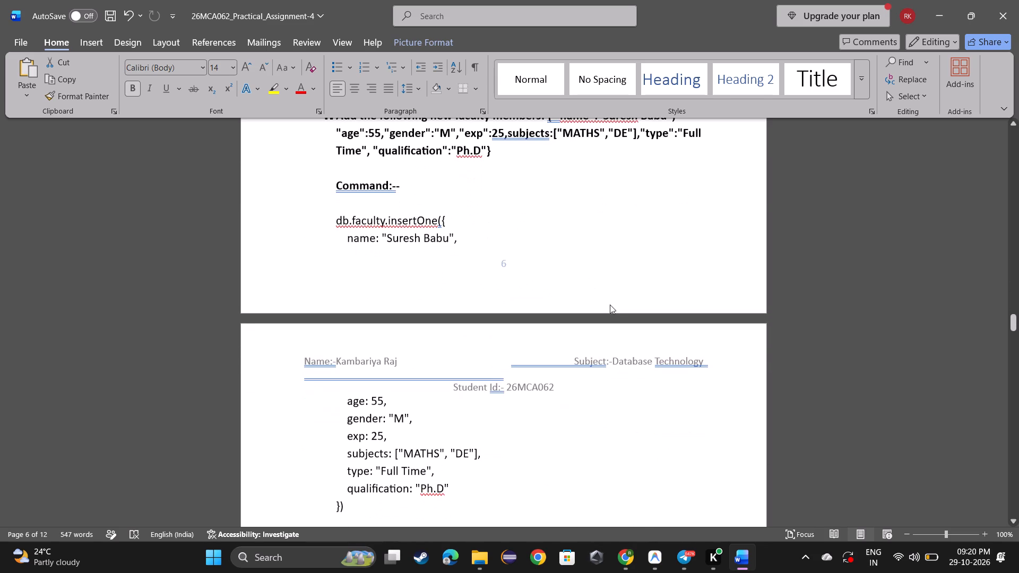
{"action": "scroll", "coordinate": [610, 303], "scroll_direction": "down", "scroll_amount": 15}
{"action": "scroll", "coordinate": [608, 299], "scroll_direction": "down", "scroll_amount": 8}
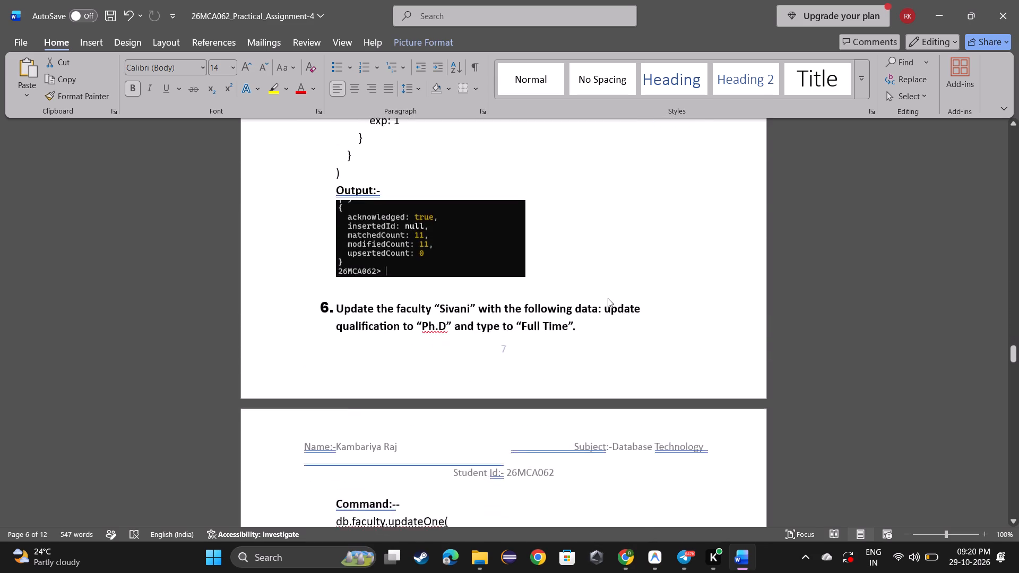
{"action": "scroll", "coordinate": [608, 298], "scroll_direction": "down", "scroll_amount": 16}
{"action": "scroll", "coordinate": [608, 298], "scroll_direction": "down", "scroll_amount": 17}
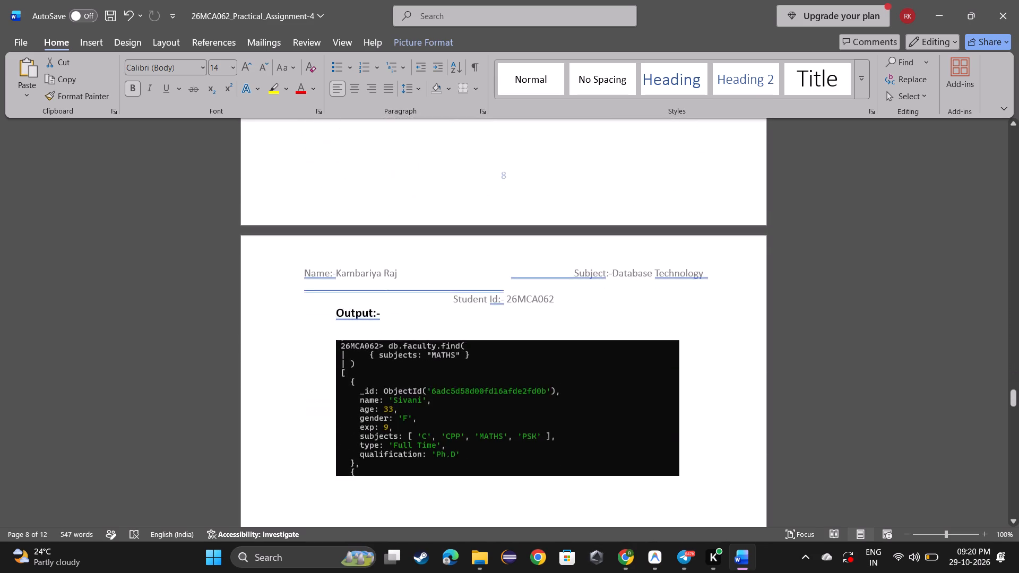
{"action": "scroll", "coordinate": [608, 300], "scroll_direction": "down", "scroll_amount": 12}
{"action": "scroll", "coordinate": [616, 321], "scroll_direction": "up", "scroll_amount": 8}
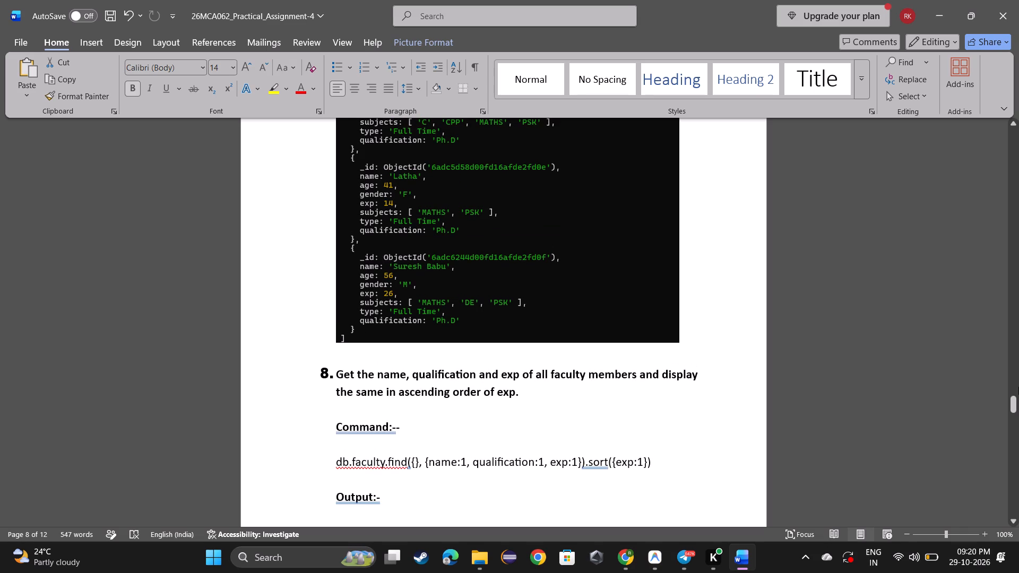
{"action": "left_click_drag", "start_coordinate": [1013, 403], "coordinate": [1001, 221]}
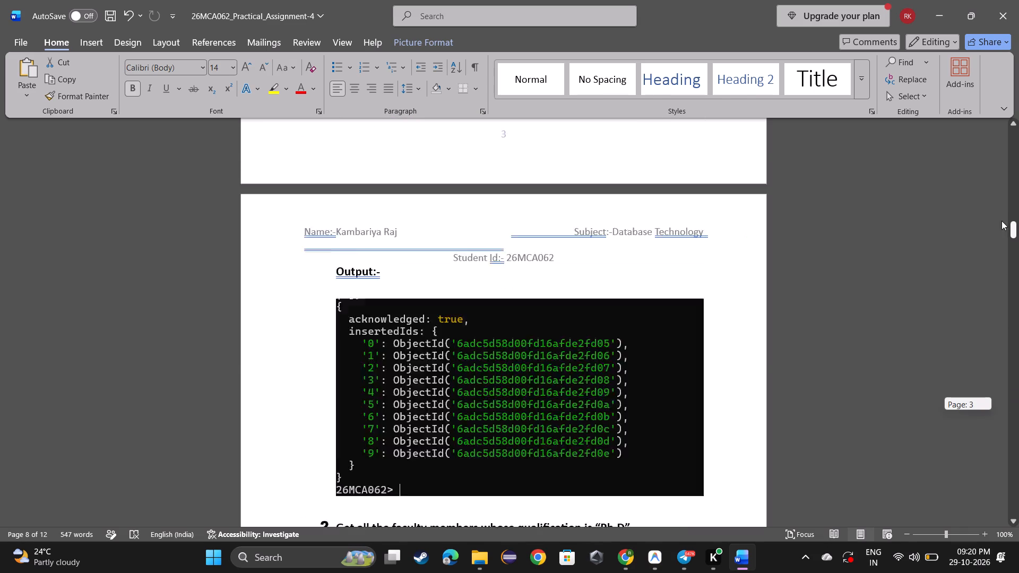
{"action": "left_click_drag", "start_coordinate": [1001, 221], "coordinate": [1018, 333]}
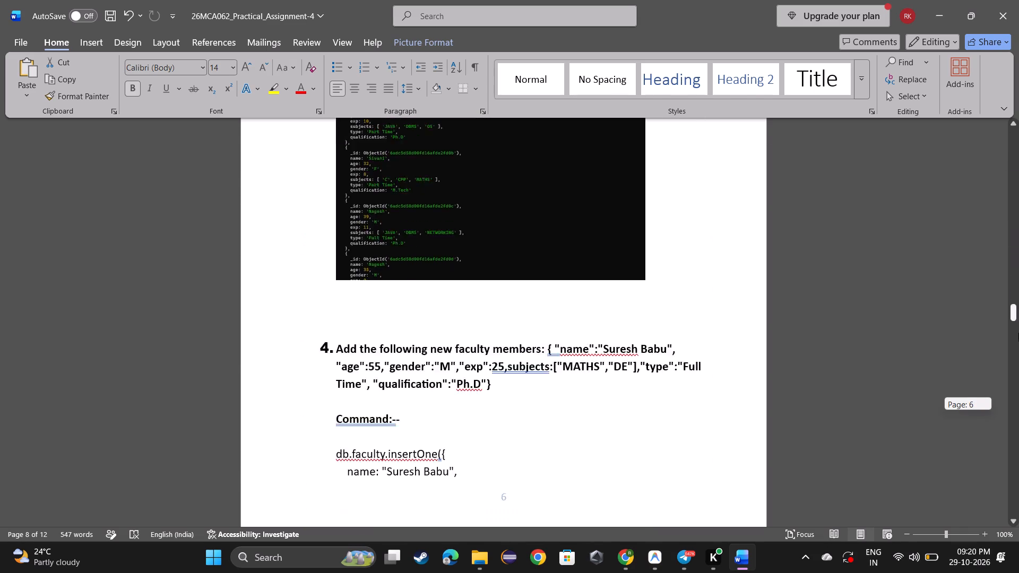
{"action": "left_click_drag", "start_coordinate": [1018, 333], "coordinate": [1018, 524]}
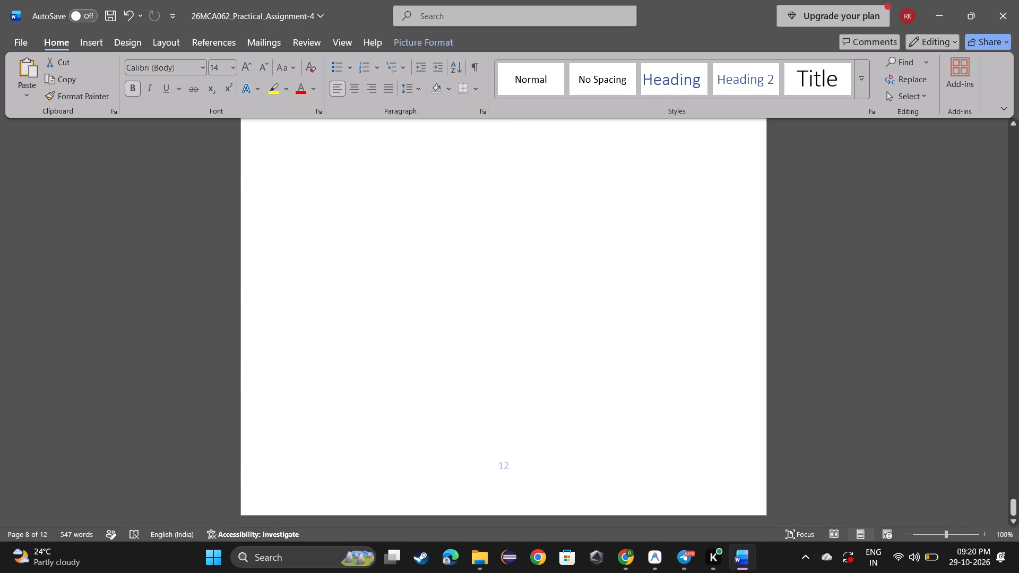
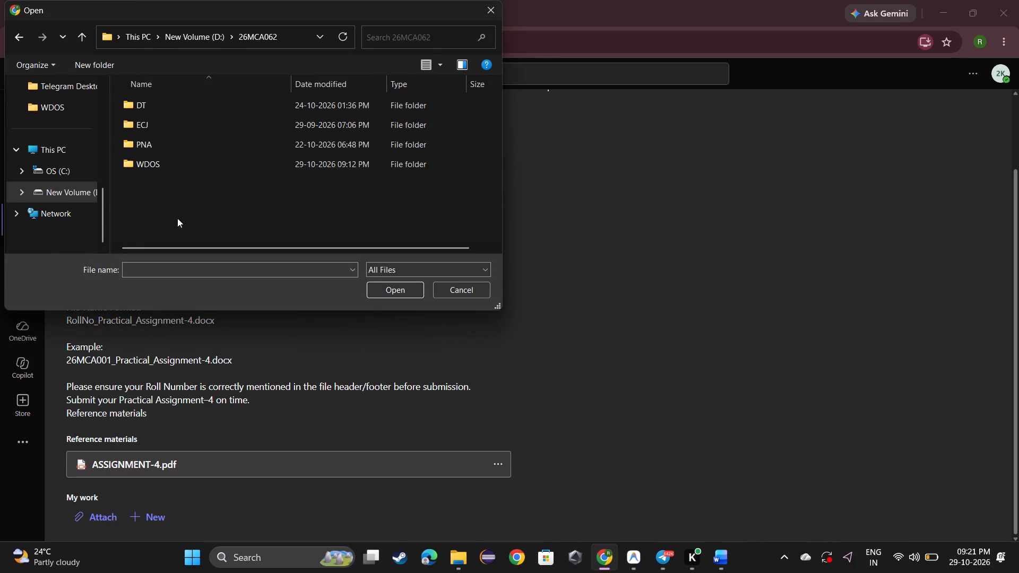
{"action": "double_click", "coordinate": [162, 106]}
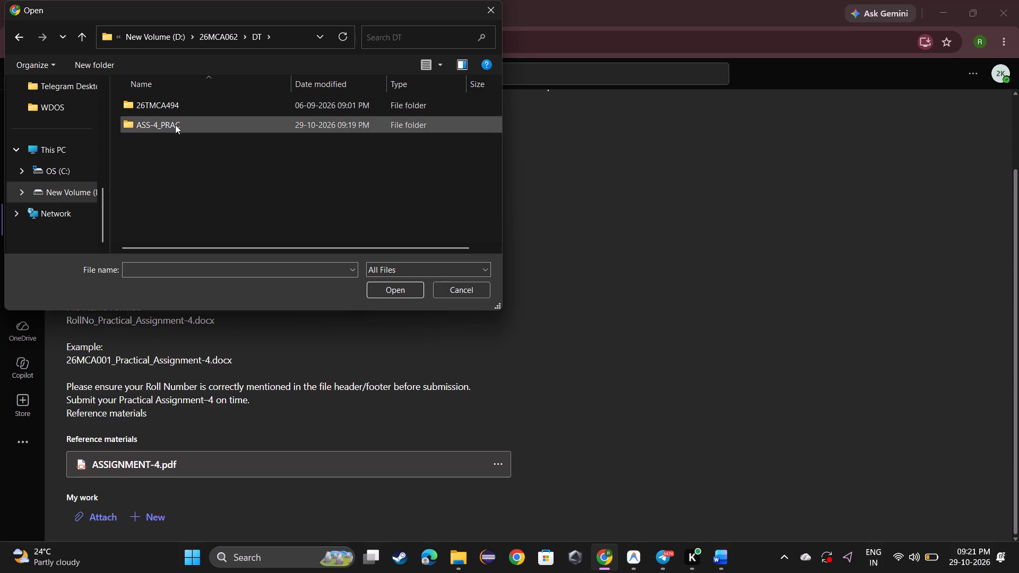
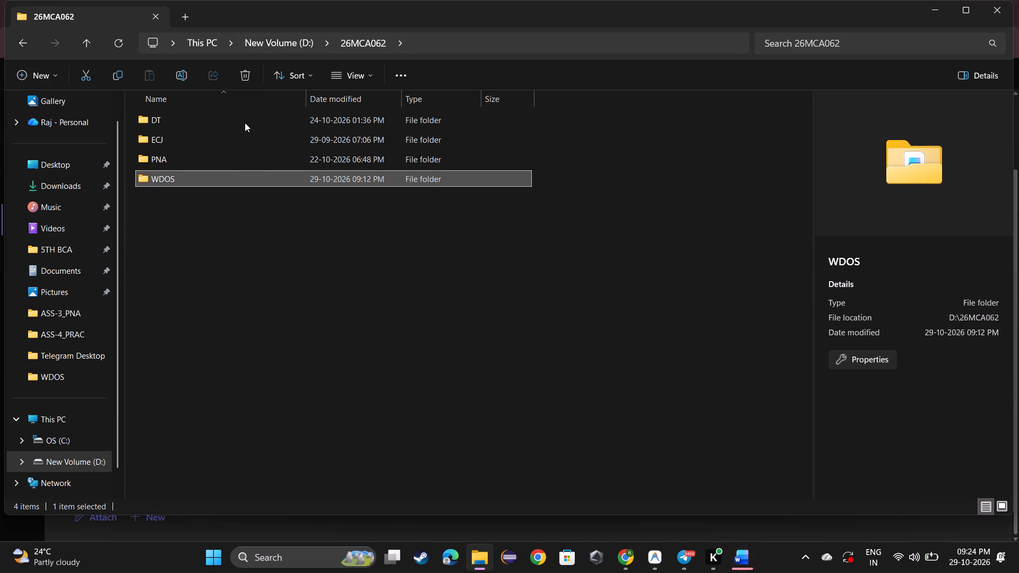
{"action": "double_click", "coordinate": [245, 122]}
{"action": "double_click", "coordinate": [230, 139]}
{"action": "double_click", "coordinate": [214, 118]}
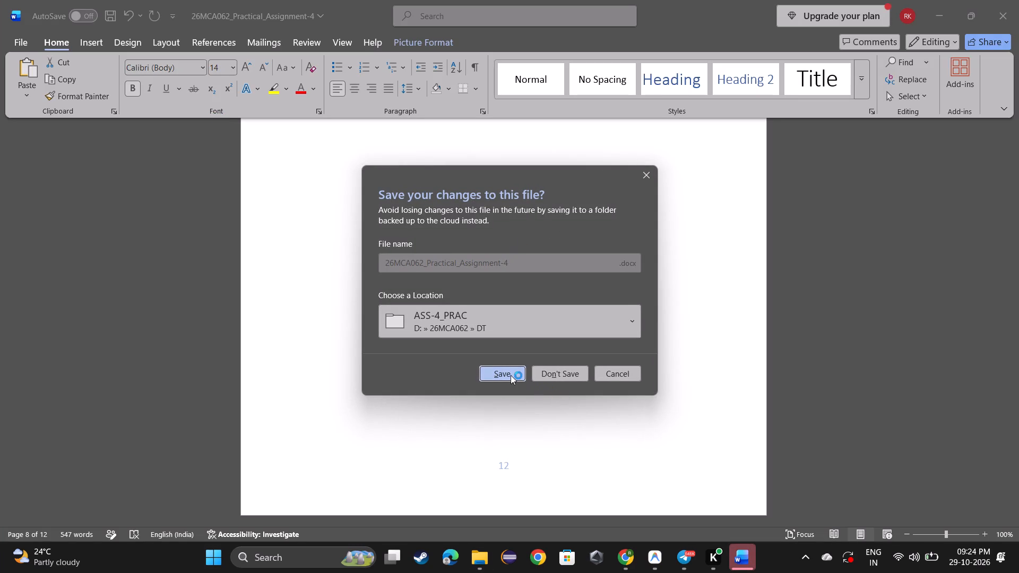
{"action": "left_click", "coordinate": [517, 374]}
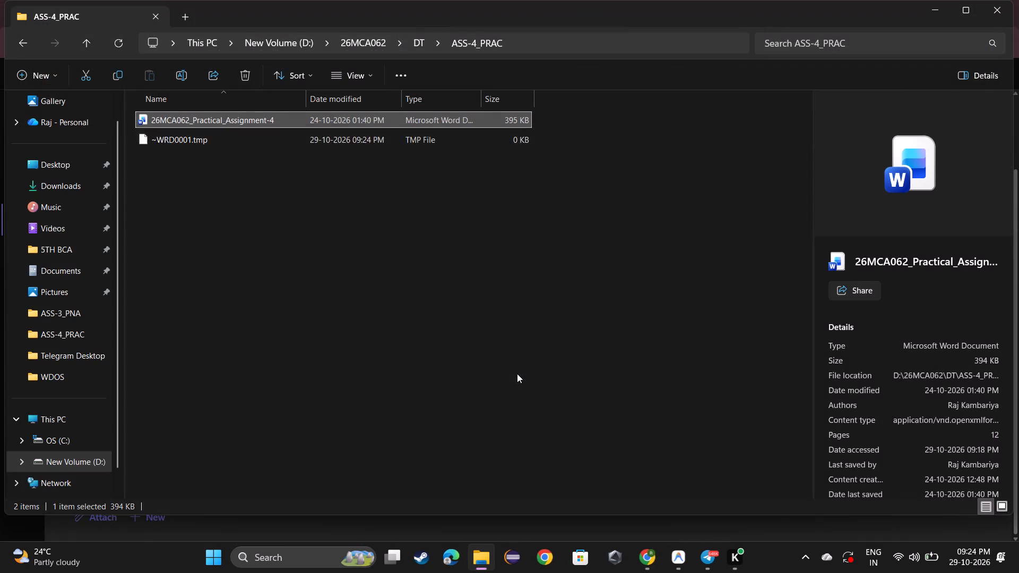
Reopen the assignment document and remove the extra spacing in its header so Name, Subject and Student Id share one line.
{"action": "double_click", "coordinate": [330, 125]}
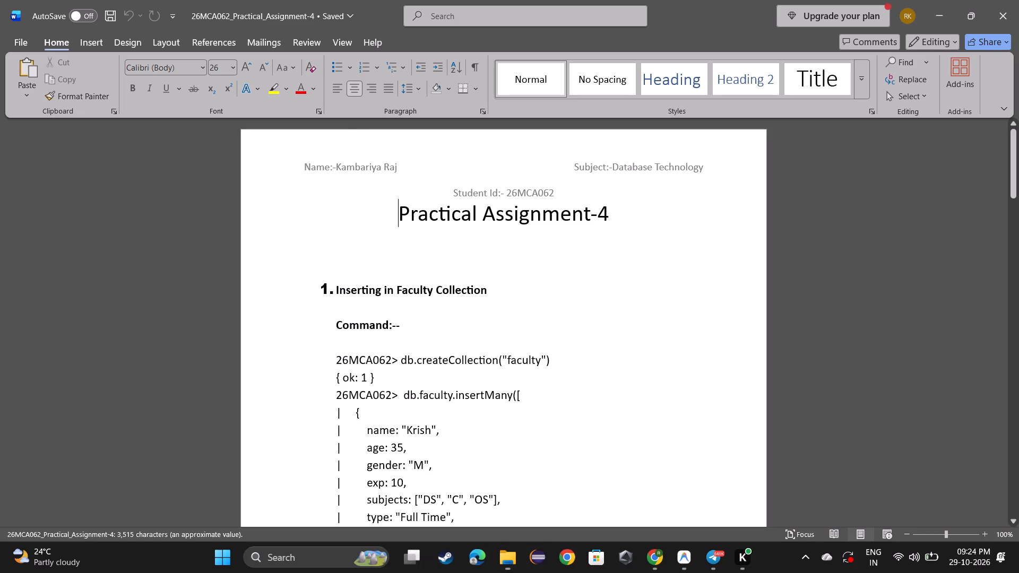
{"action": "left_click", "coordinate": [454, 186]}
{"action": "left_click", "coordinate": [445, 190]}
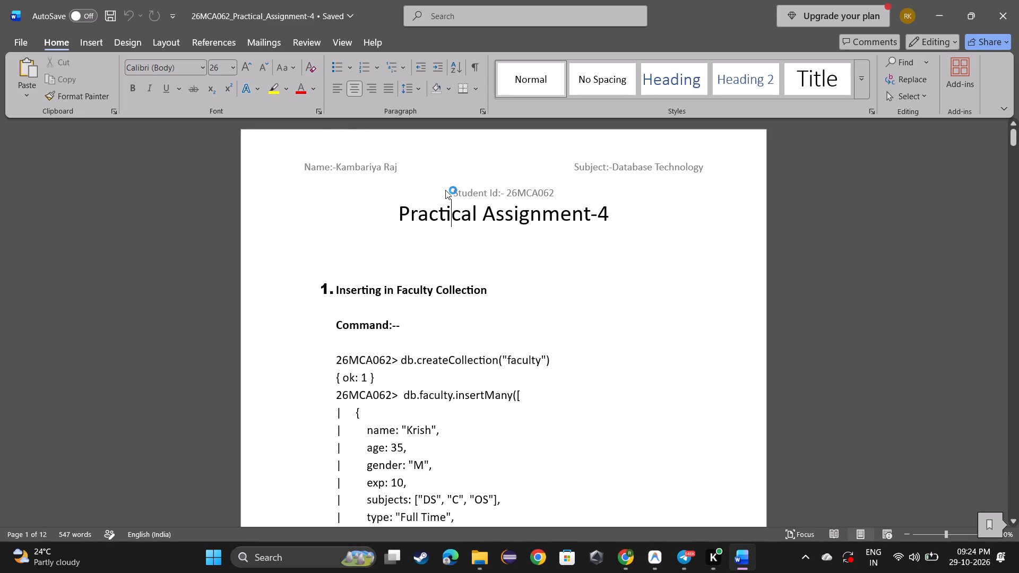
{"action": "double_click", "coordinate": [448, 171]}
{"action": "left_click", "coordinate": [448, 164]}
{"action": "left_click", "coordinate": [446, 184]}
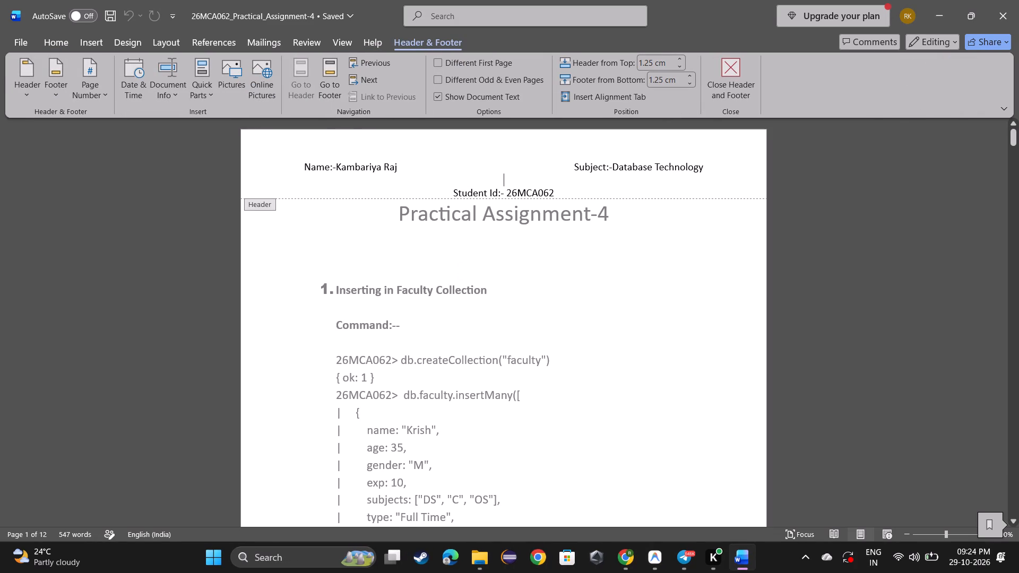
{"action": "key", "text": "BackSpace"}
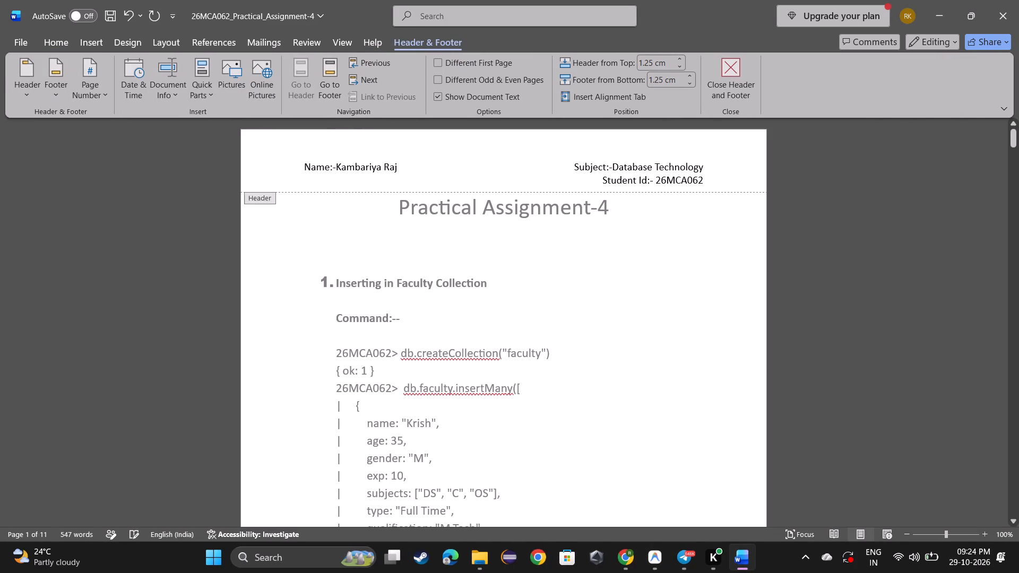
{"action": "left_click", "coordinate": [571, 163]}
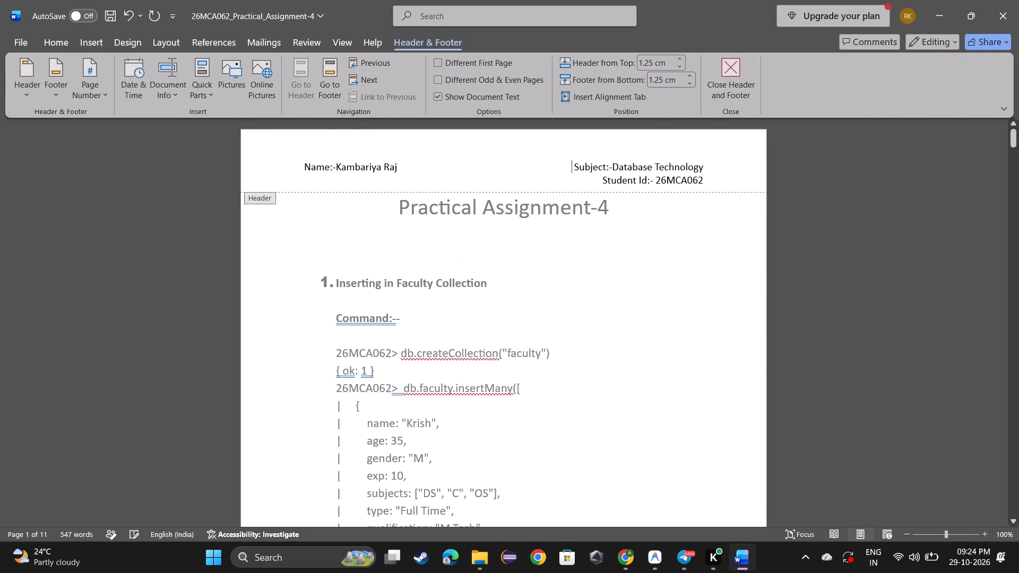
{"action": "left_click", "coordinate": [565, 170]}
{"action": "key", "text": "BackSpace"}
{"action": "key", "text": "BackSpace"}
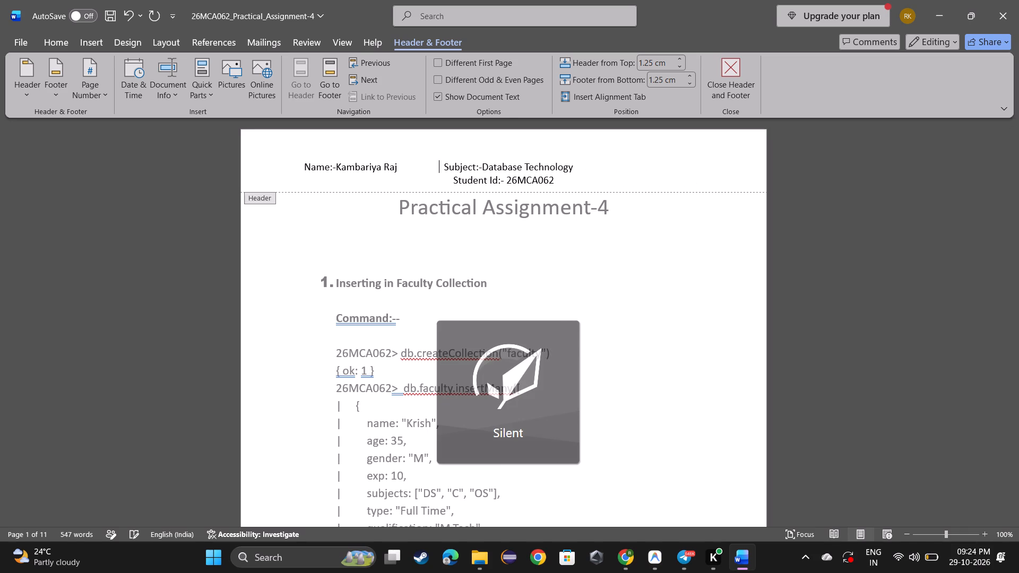
{"action": "left_click", "coordinate": [449, 178]}
{"action": "key", "text": "BackSpace"}
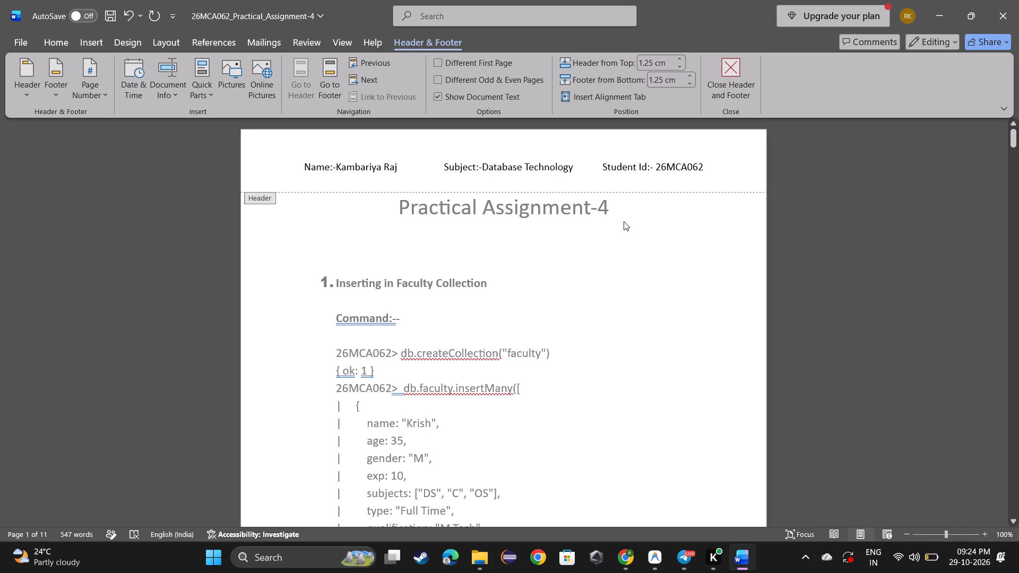
Save the assignment document and check the header on the second page.
{"action": "key", "text": "ctrl+s"}
{"action": "key", "text": "ctrl+s"}
{"action": "key", "text": "ctrl+s"}
{"action": "scroll", "coordinate": [624, 224], "scroll_direction": "down", "scroll_amount": 20}
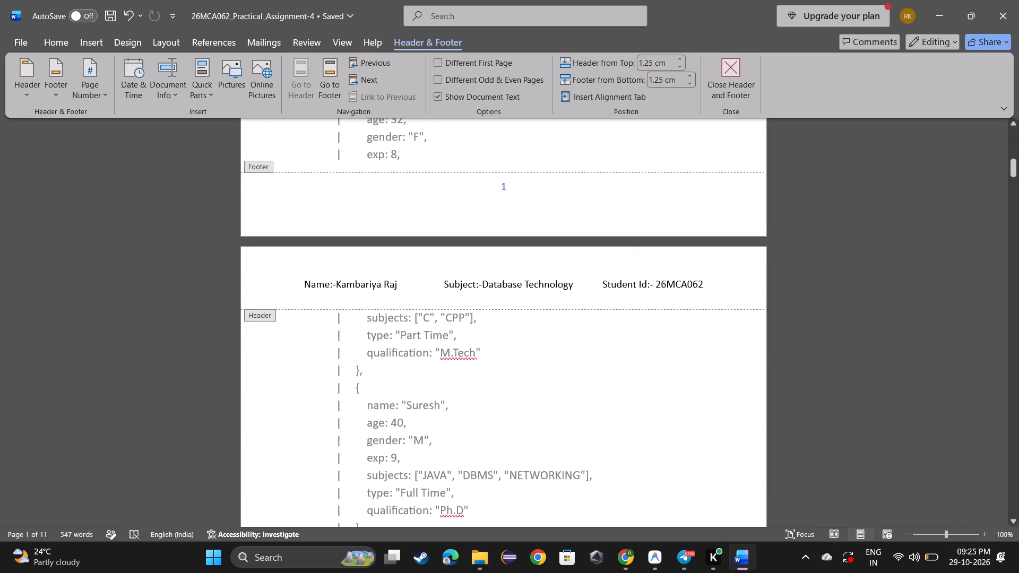
{"action": "scroll", "coordinate": [626, 246], "scroll_direction": "up", "scroll_amount": 20}
{"action": "scroll", "coordinate": [626, 246], "scroll_direction": "up", "scroll_amount": 8}
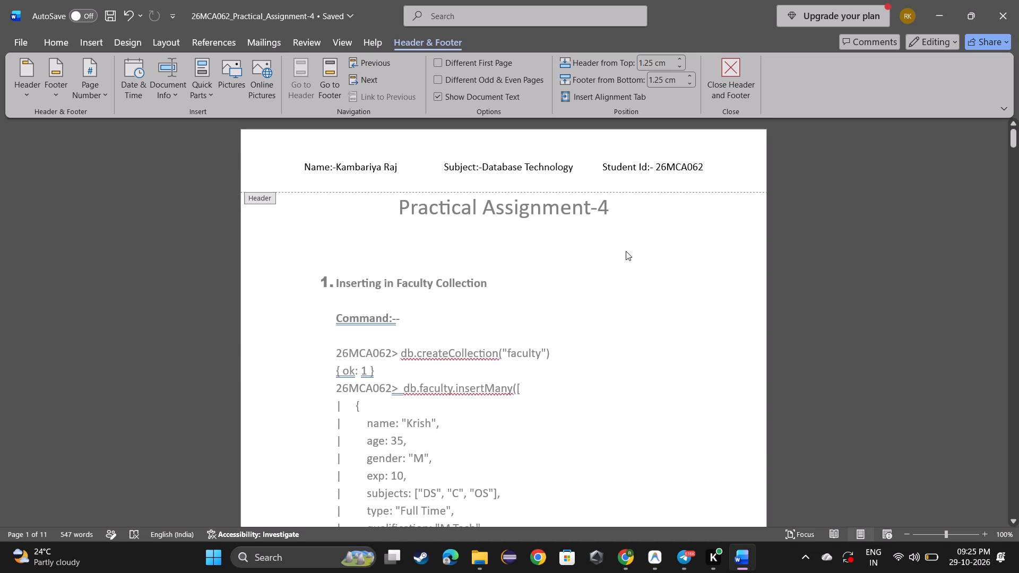
{"action": "key", "text": "ctrl+s"}
{"action": "key", "text": "ctrl+s"}
{"action": "key", "text": "ctrl+s"}
{"action": "key", "text": "ctrl+s"}
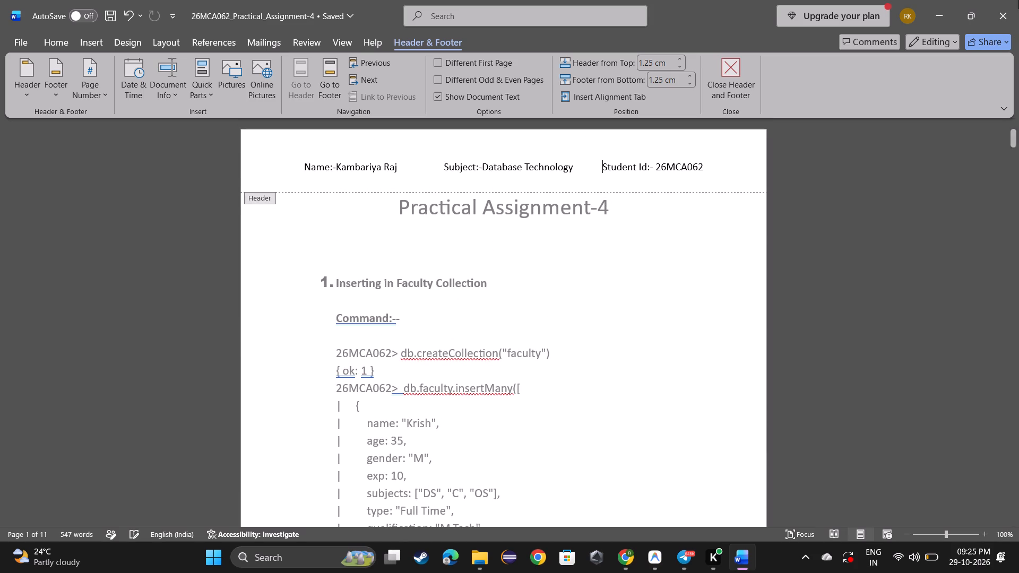
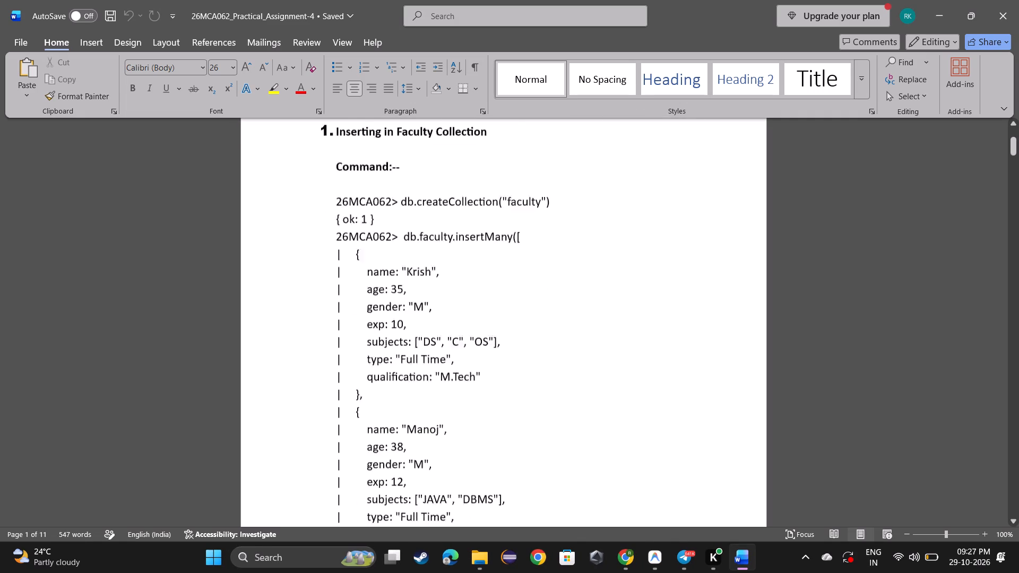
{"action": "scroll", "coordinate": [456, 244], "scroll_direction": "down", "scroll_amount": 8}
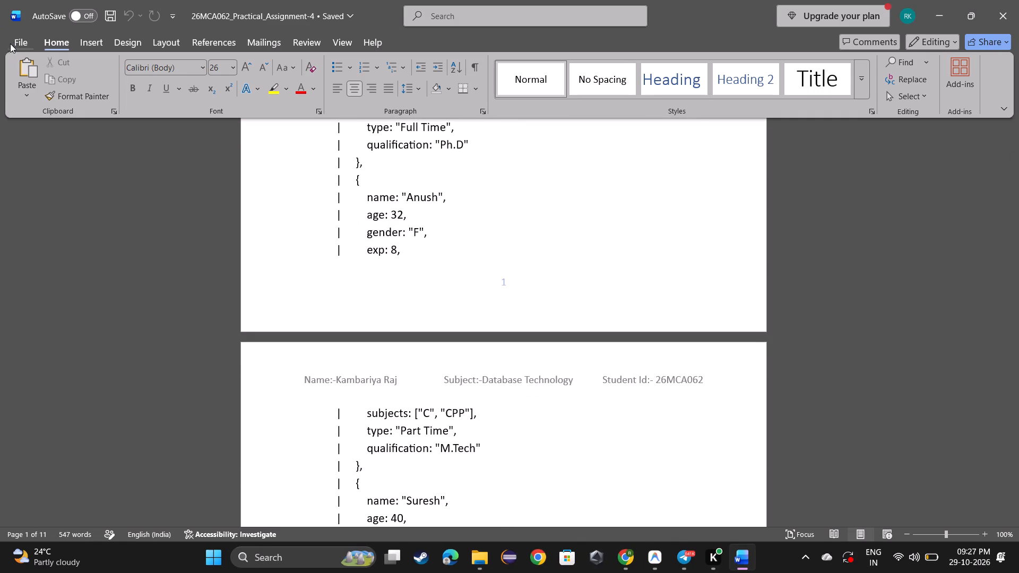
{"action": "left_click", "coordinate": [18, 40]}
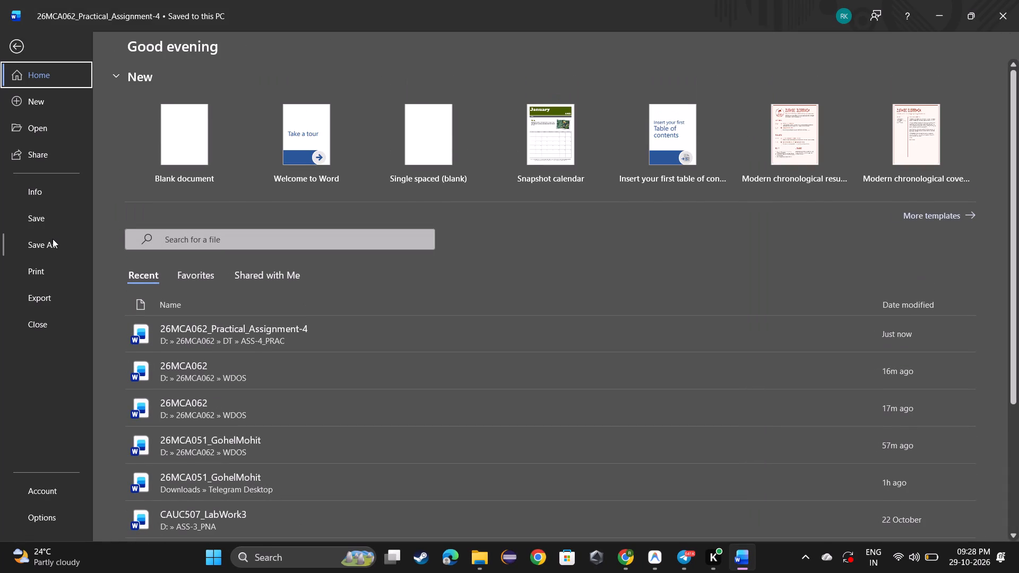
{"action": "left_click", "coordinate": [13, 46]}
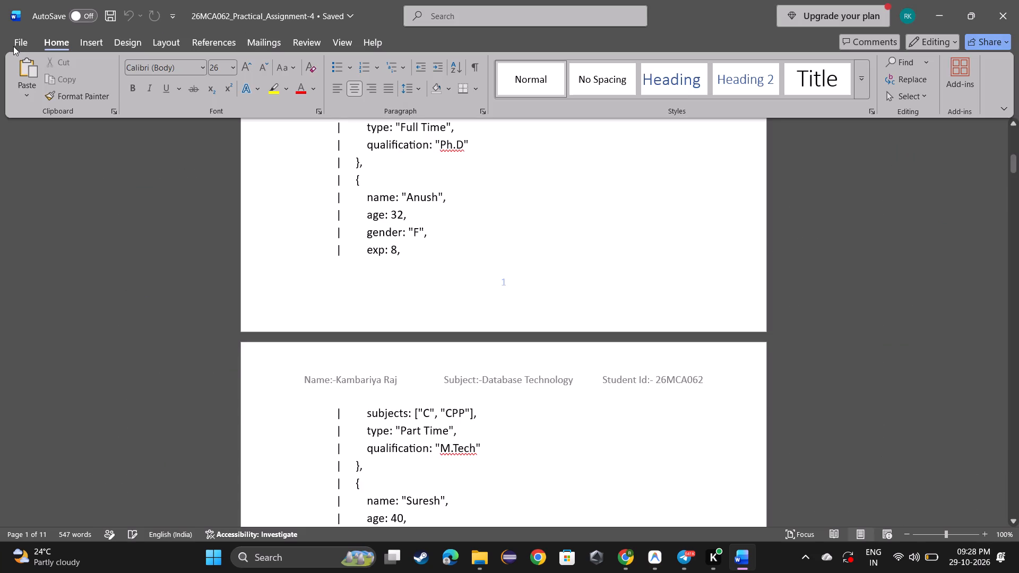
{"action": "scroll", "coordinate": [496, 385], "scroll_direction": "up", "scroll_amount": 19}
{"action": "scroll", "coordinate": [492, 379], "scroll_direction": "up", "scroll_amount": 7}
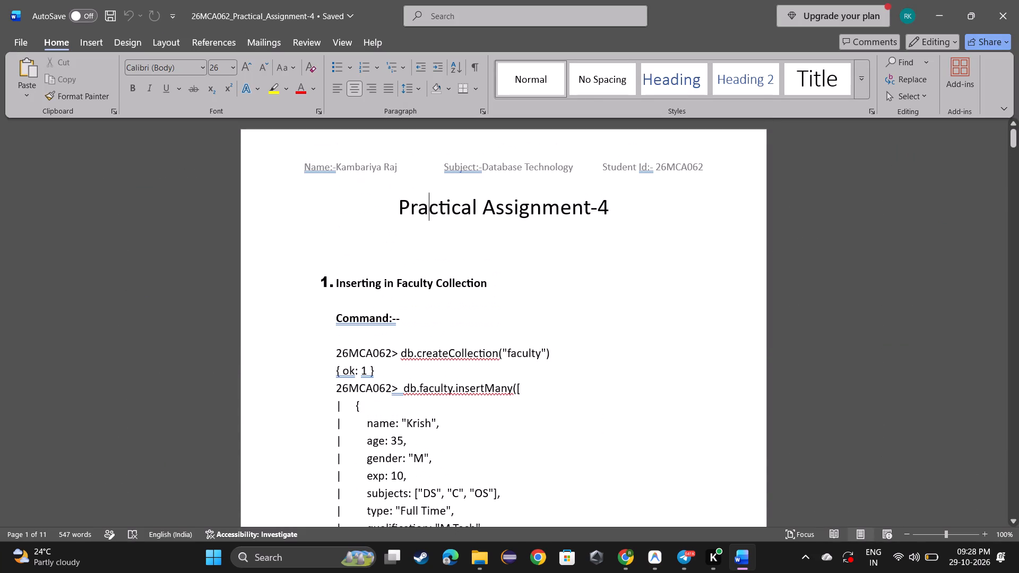